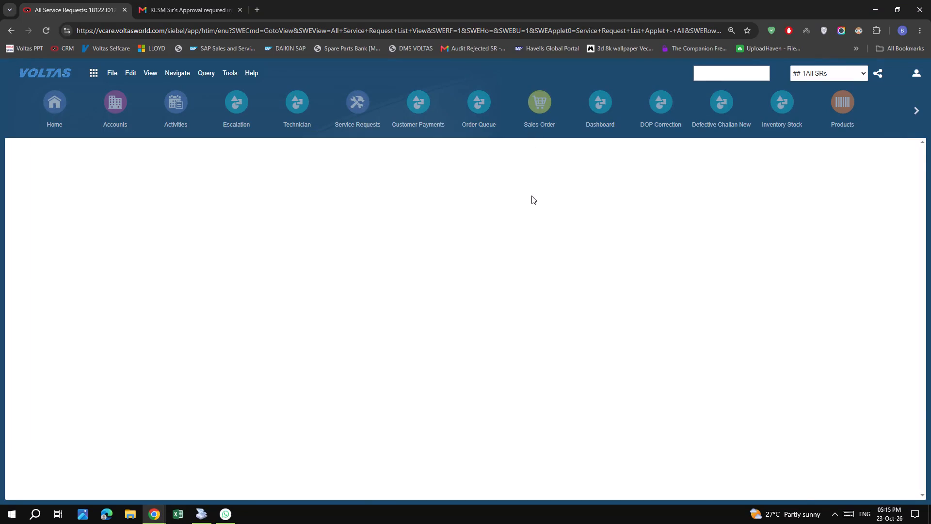
click(385, 165)
key(ctrl+v)
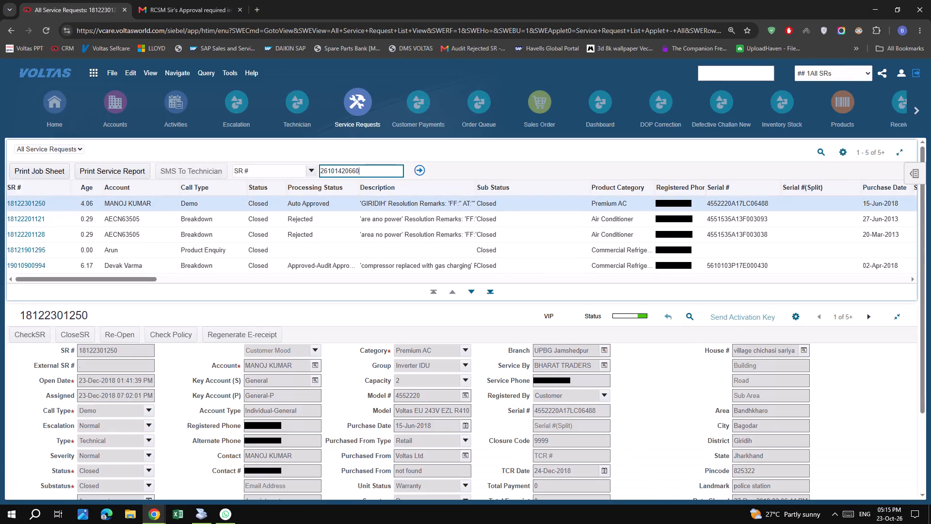
click(421, 166)
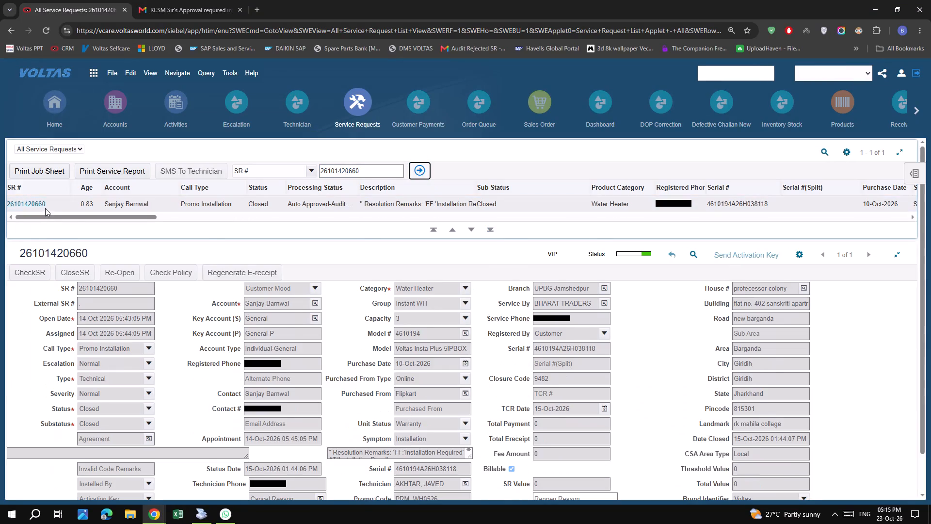
click(43, 207)
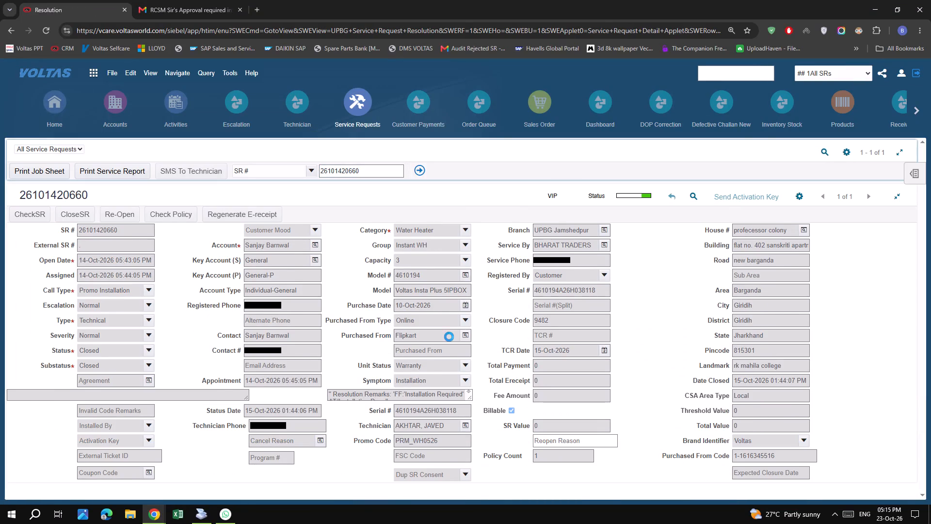
click(403, 387)
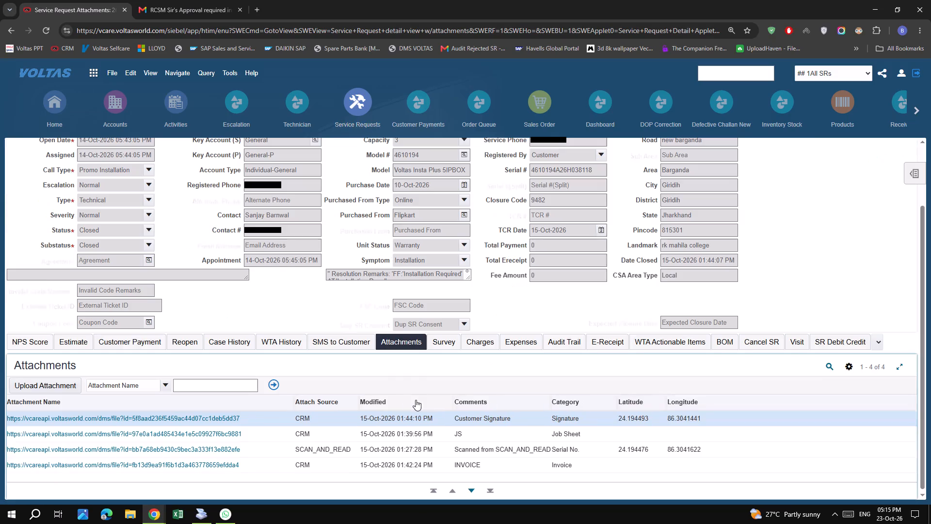
View the scanned Serial No. attachment of the service request to check the product label, and close it.
click(231, 447)
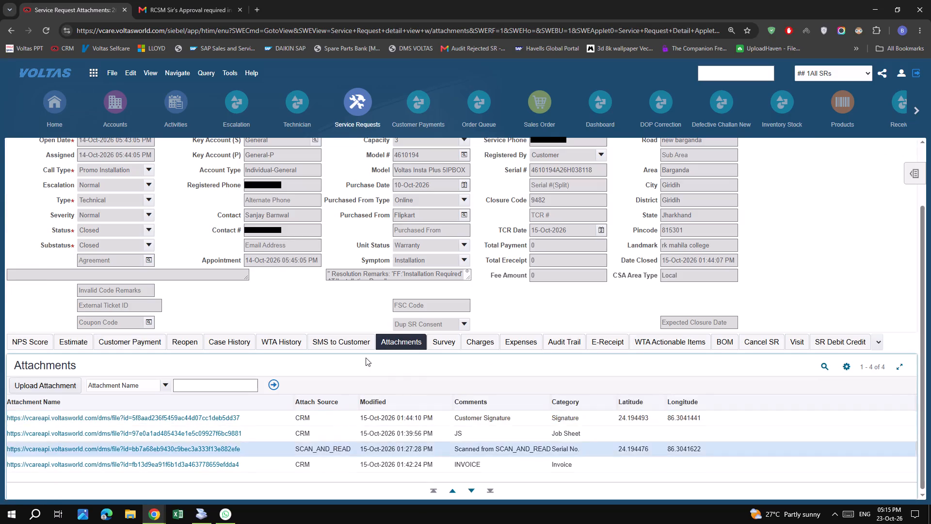
click(432, 273)
click(433, 274)
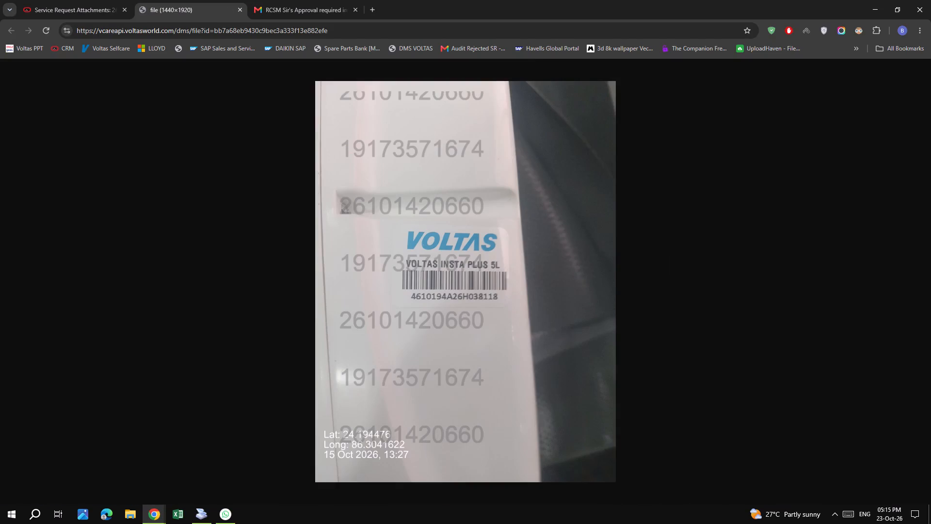
click(241, 10)
Open the service request's Invoice attachment and save the invoice image as a PNG in the Downloads folder.
scroll(461, 437, up, 6)
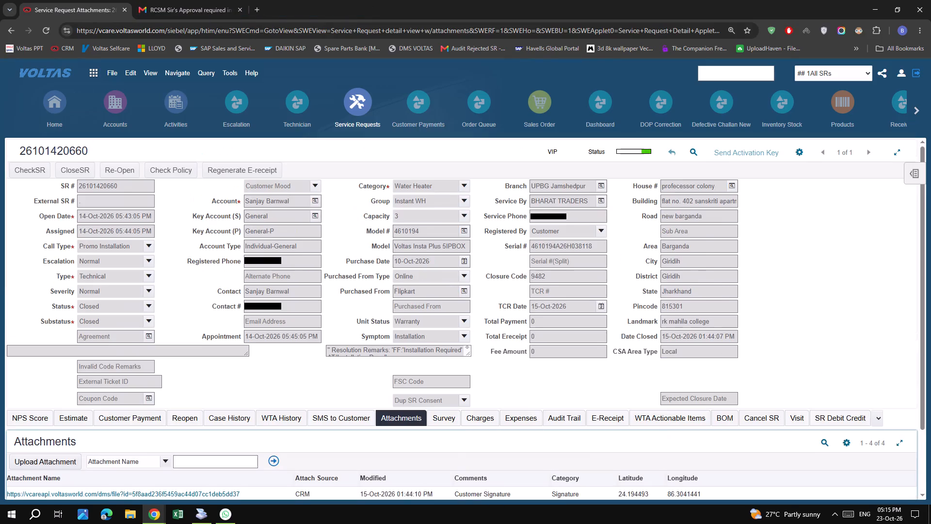
scroll(312, 333, down, 6)
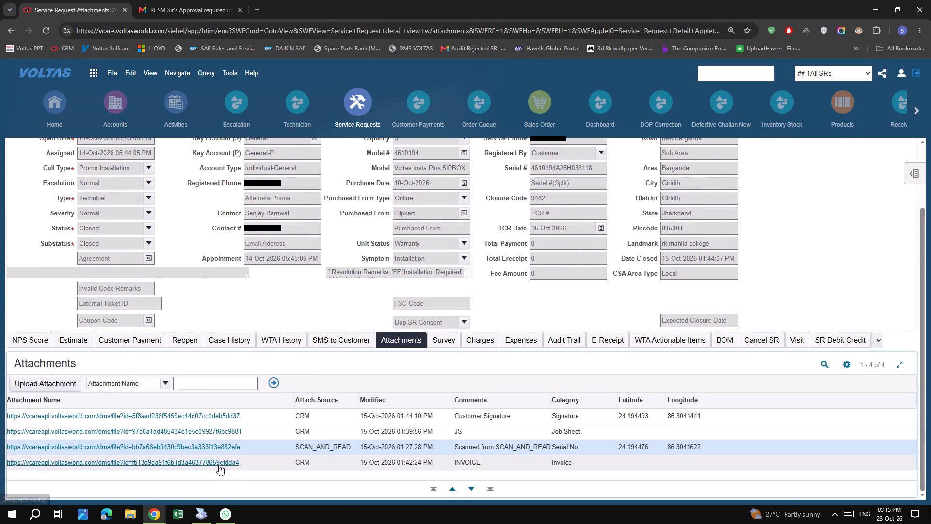
click(219, 465)
click(436, 268)
scroll(436, 268, up, 6)
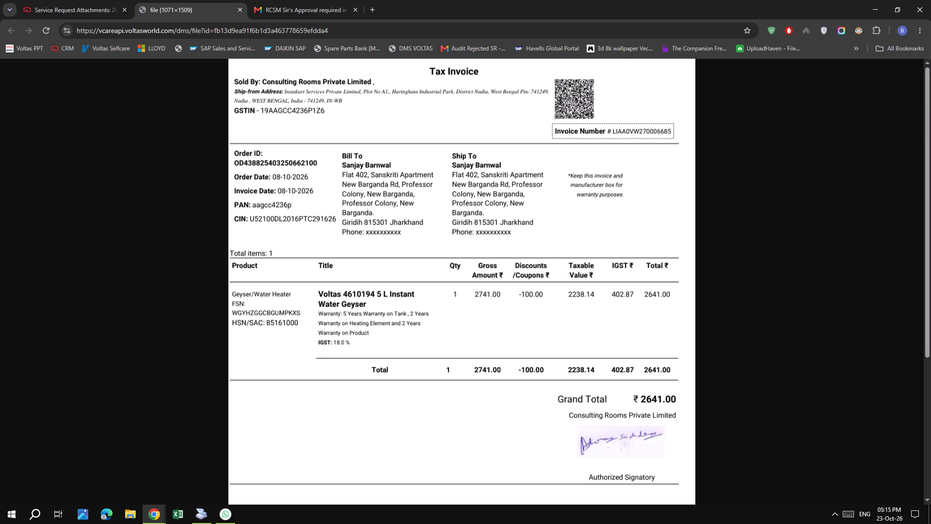
click(436, 268)
right_click(355, 137)
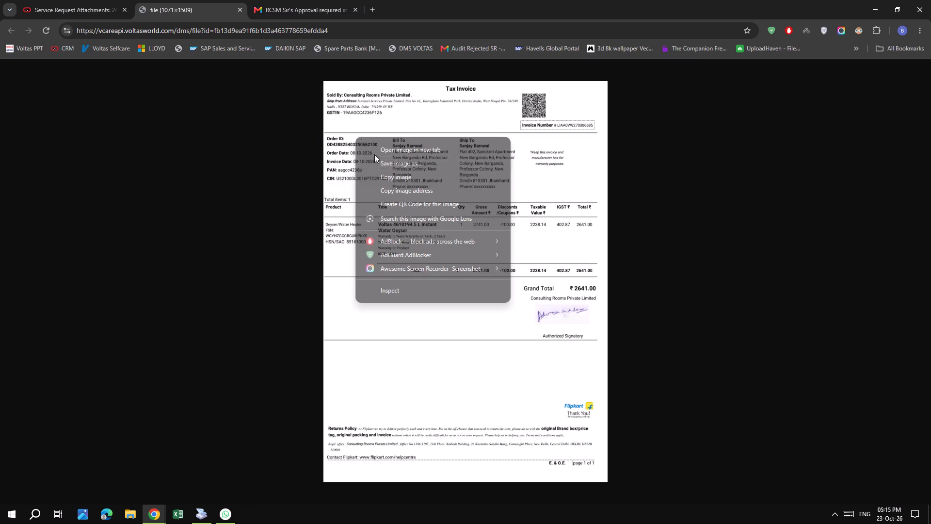
click(422, 165)
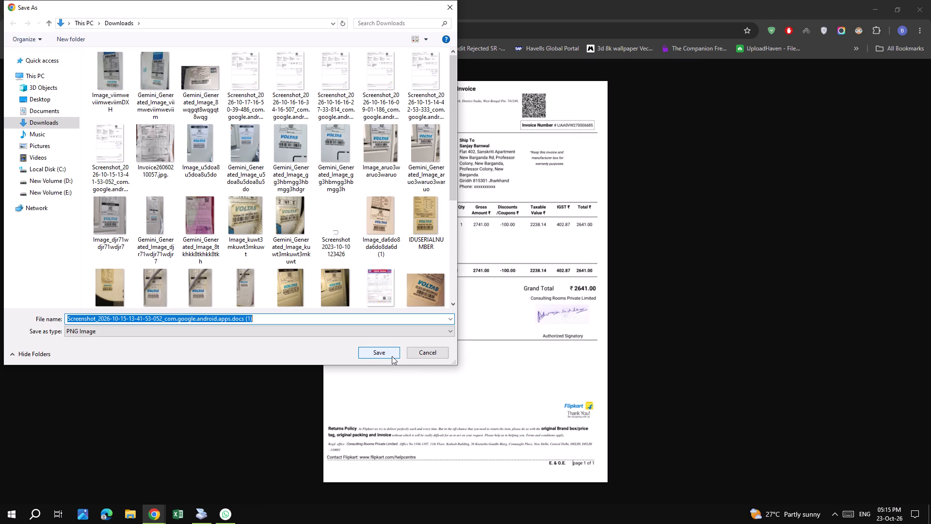
Finish saving the invoice image as a PNG in the Downloads folder and close the invoice image.
click(387, 351)
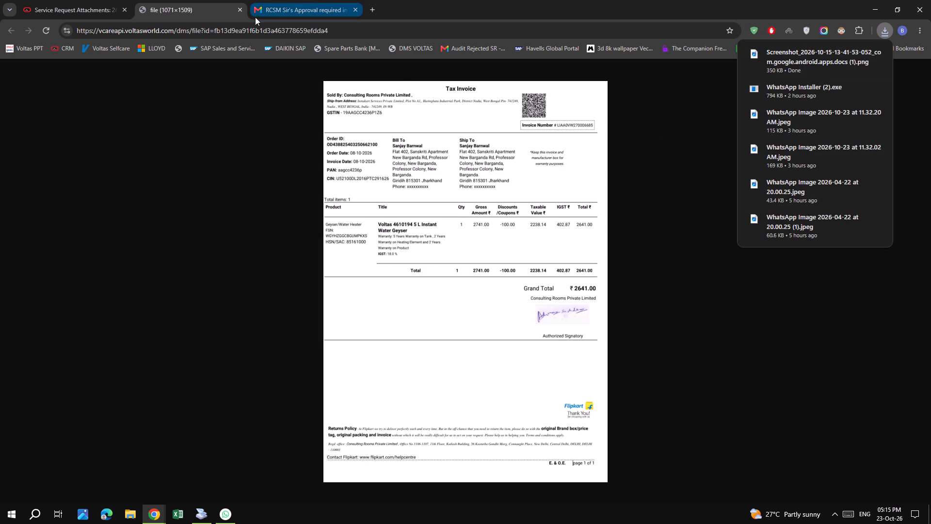
click(239, 10)
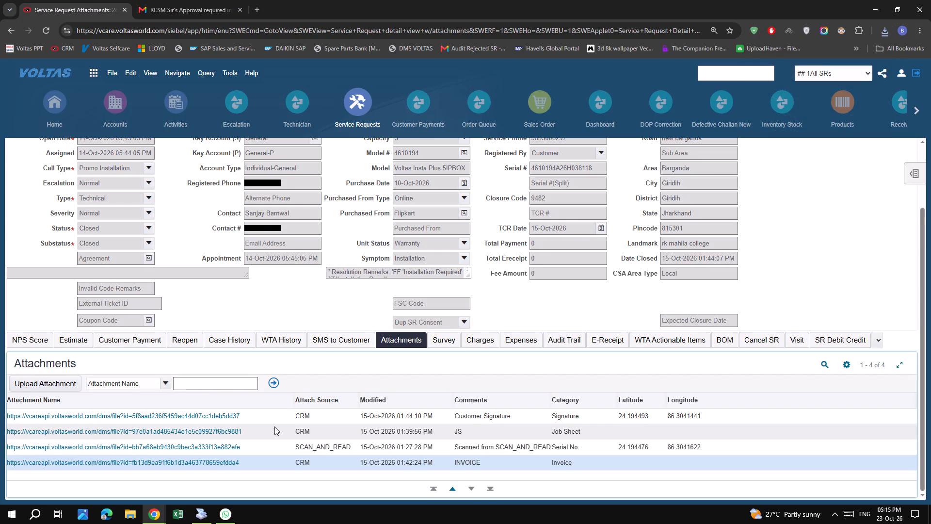
Open the service request's scanned Serial No. attachment, save the product label image to the computer, and close it.
click(234, 442)
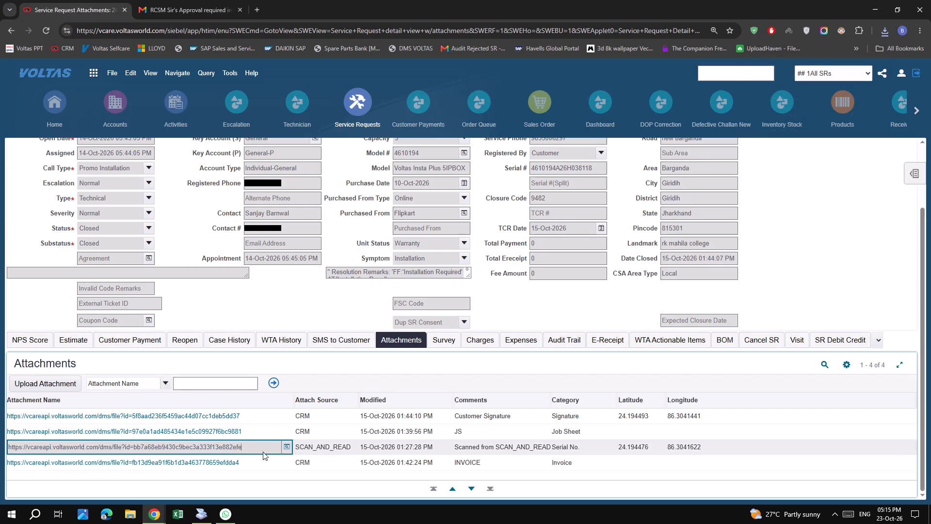
click(263, 460)
click(236, 447)
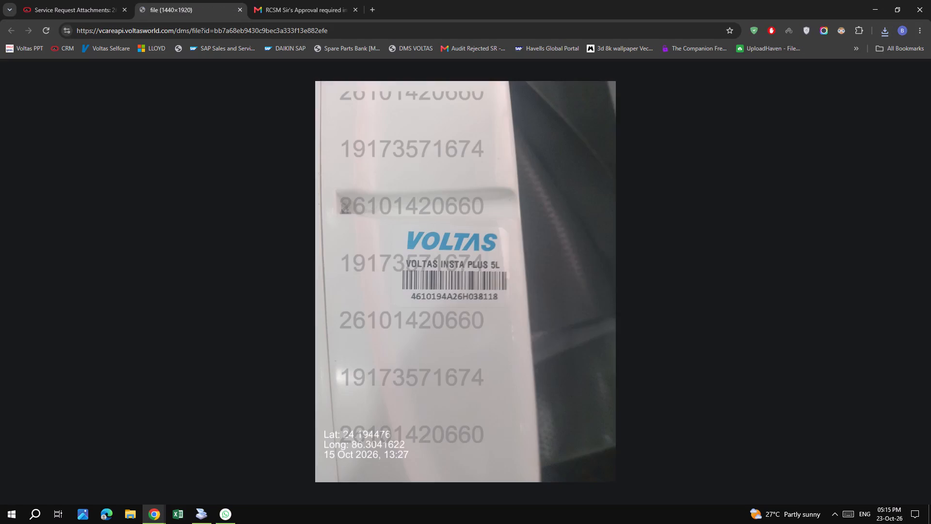
right_click(448, 220)
click(473, 242)
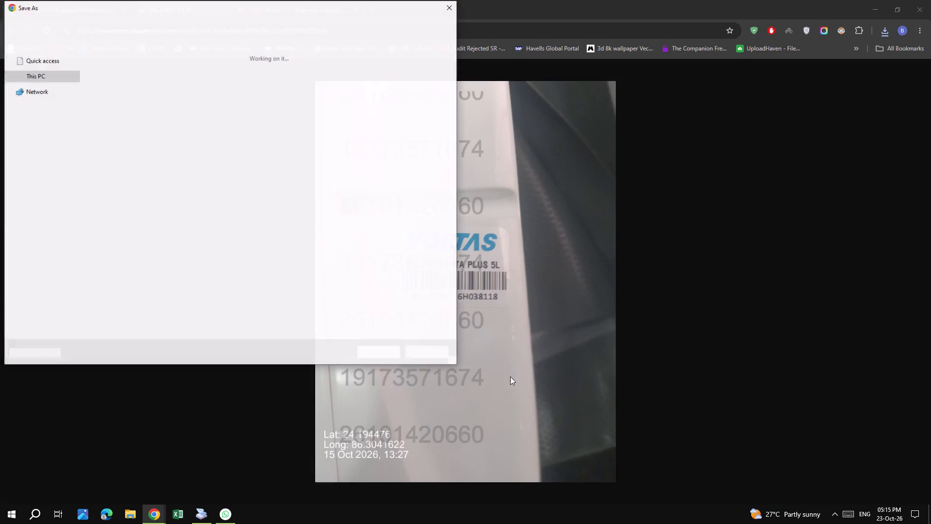
click(386, 356)
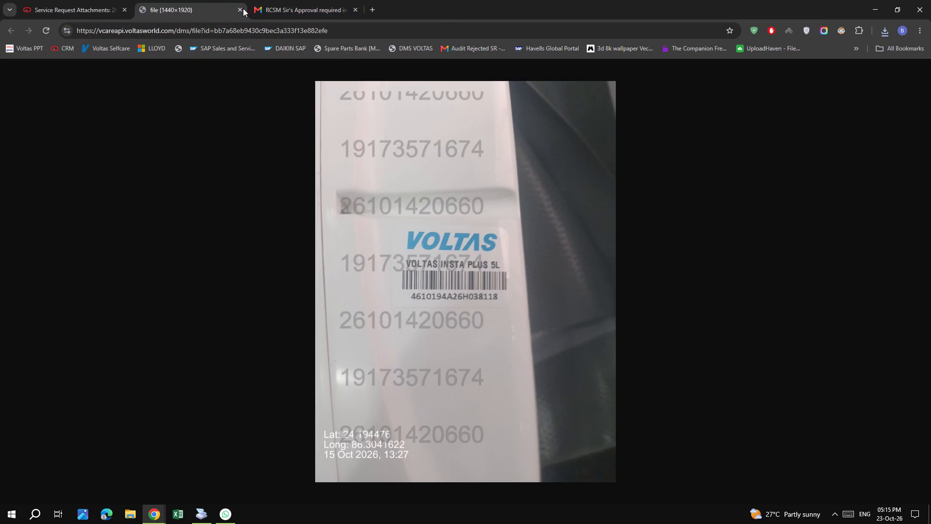
click(240, 8)
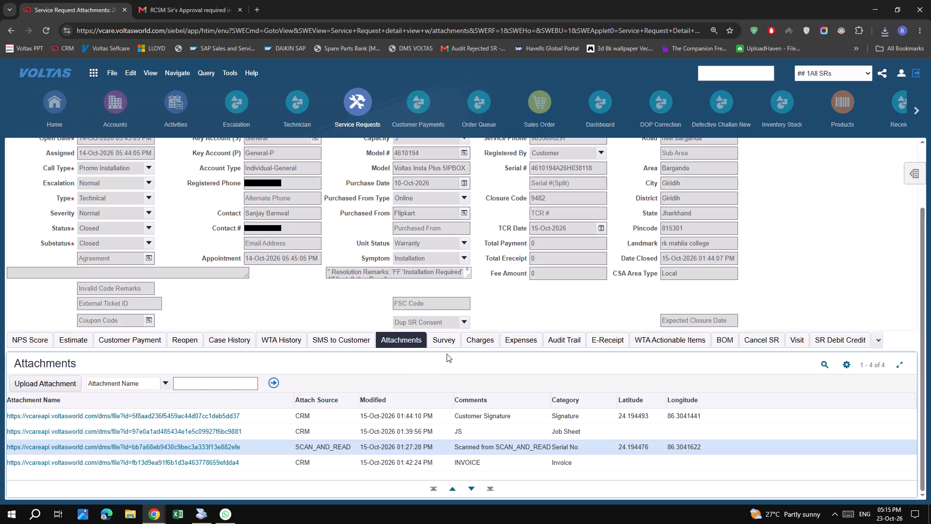
scroll(448, 299, up, 15)
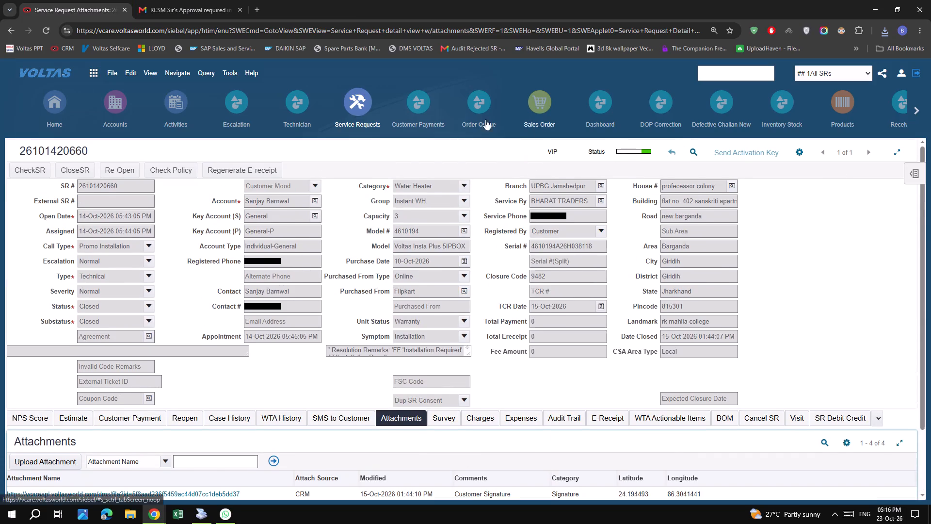
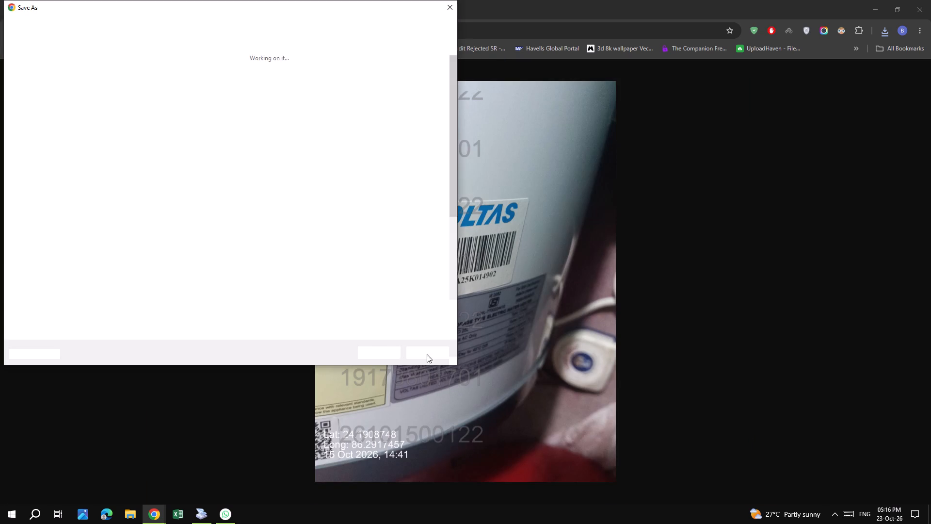
click(382, 348)
click(238, 9)
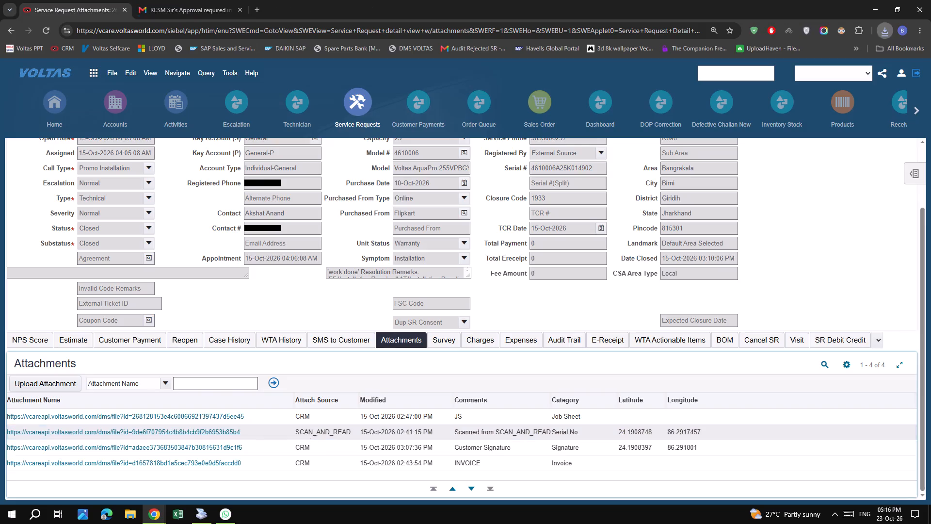
Open the service request's Invoice attachment, save the tax invoice image to disk, and return to the service request details.
click(232, 460)
click(397, 213)
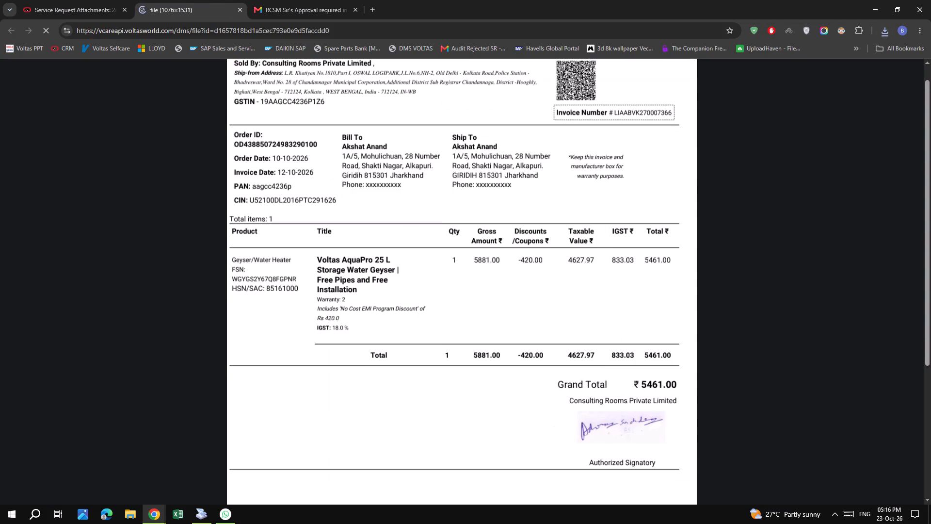
scroll(400, 214, up, 5)
click(421, 207)
double_click(423, 204)
right_click(426, 203)
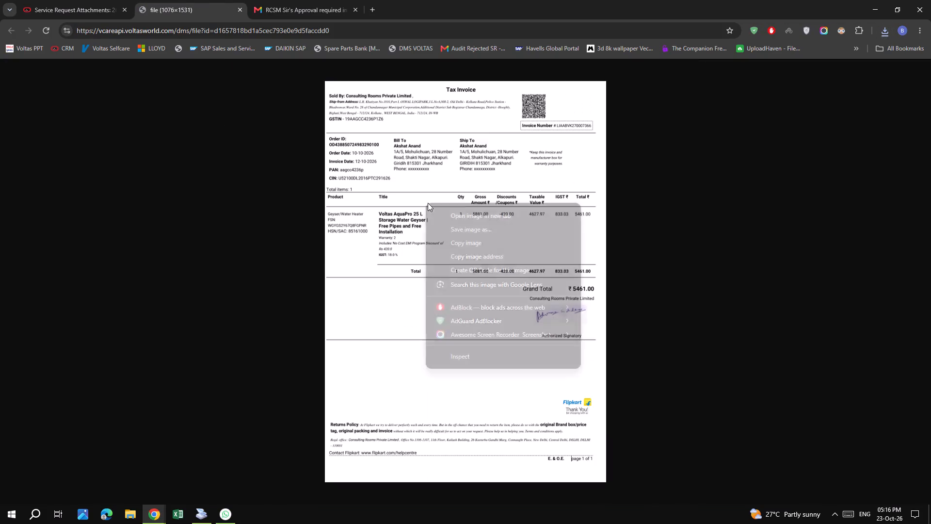
click(469, 236)
right_click(452, 177)
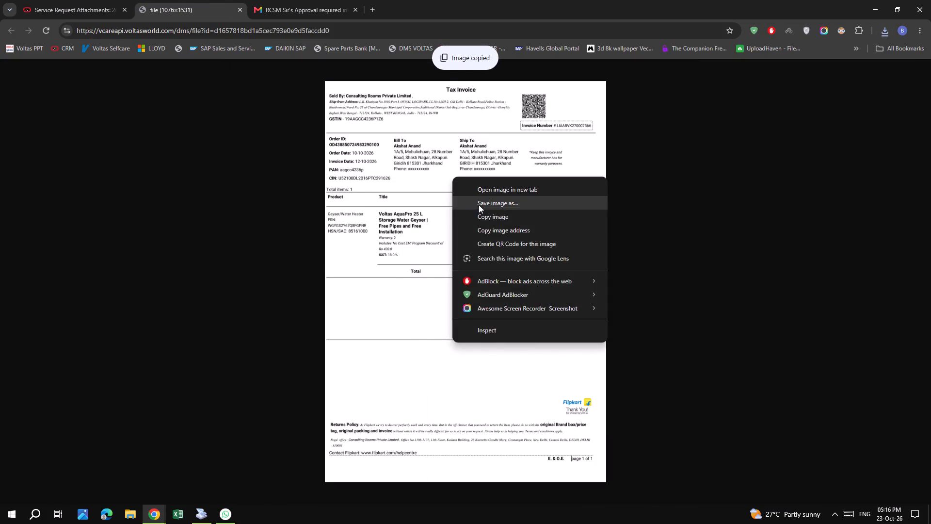
click(479, 205)
click(384, 350)
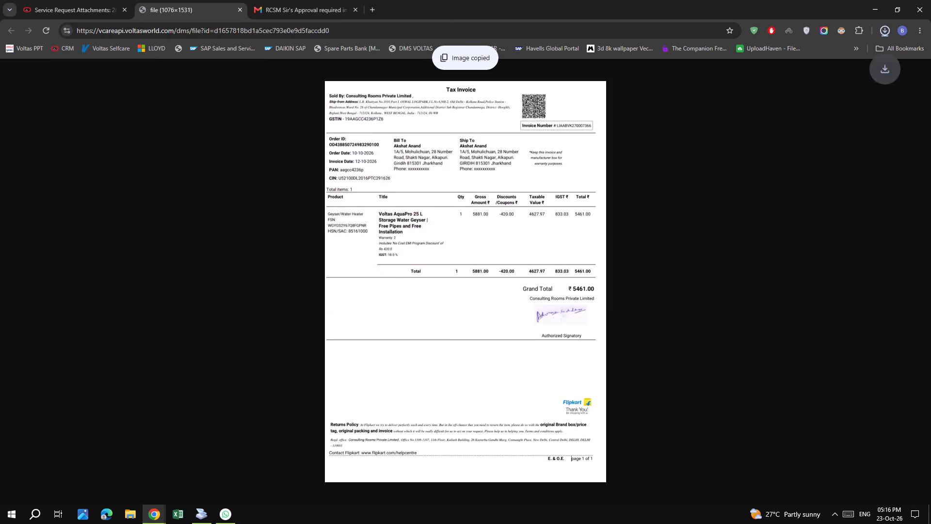
click(240, 11)
scroll(446, 344, up, 7)
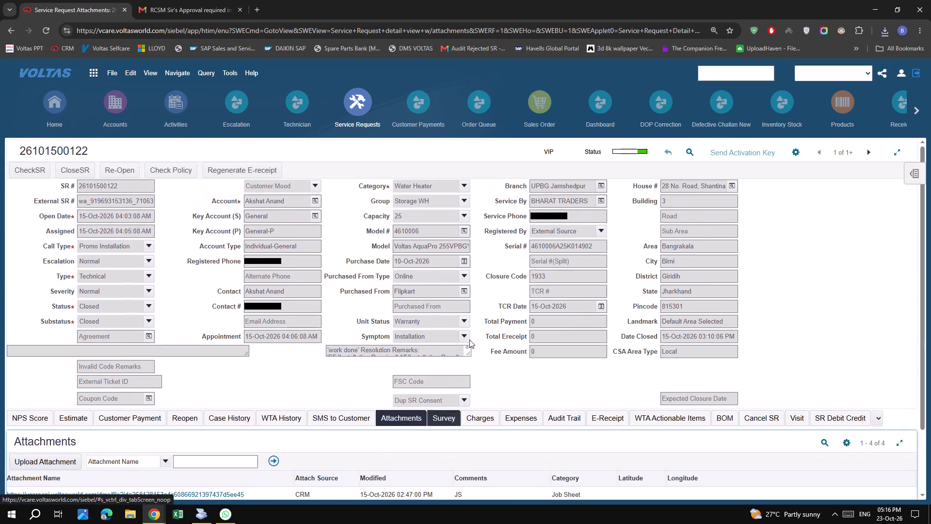
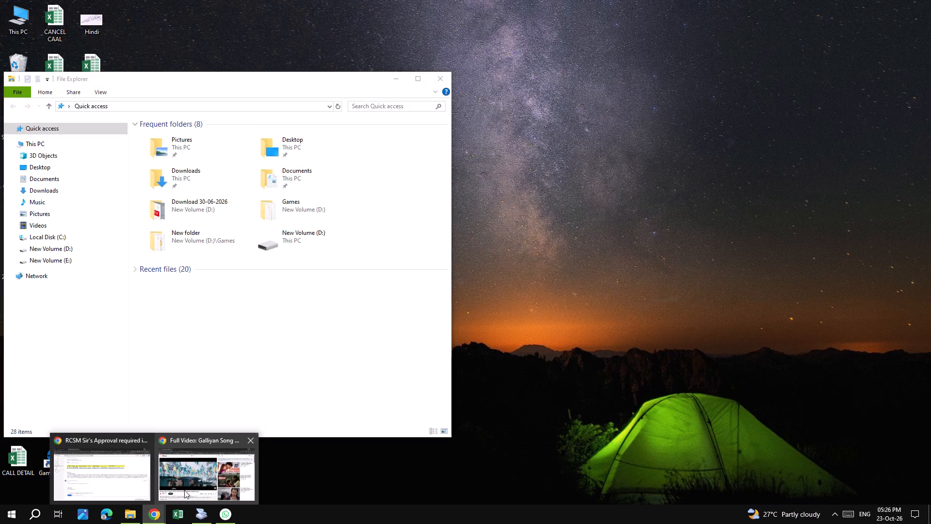
Toggle playback of the Galliyan Song video in its Chrome window and minimize that window.
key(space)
click(870, 13)
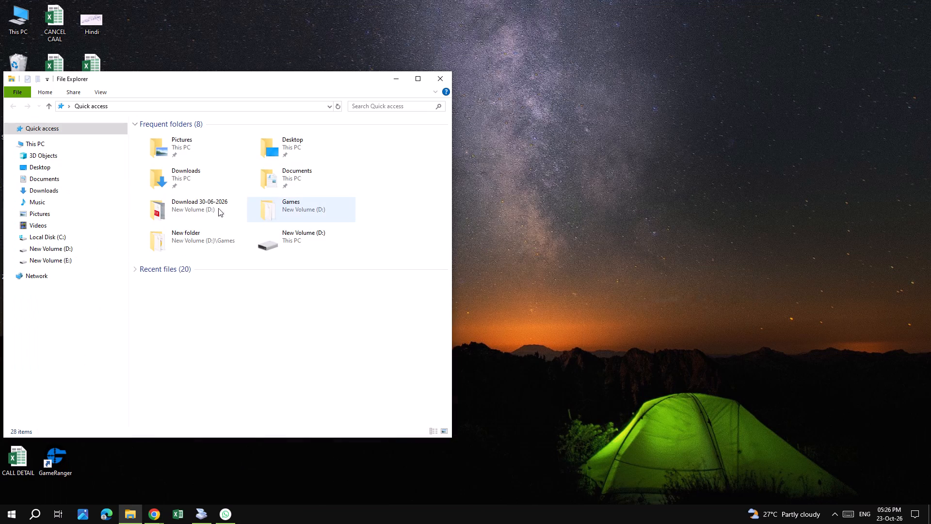
click(420, 83)
double_click(412, 76)
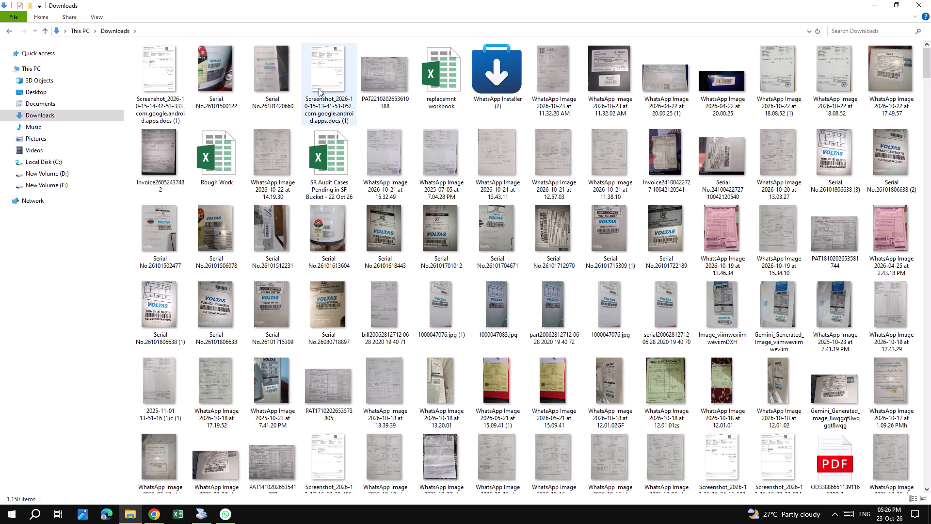
right_click(267, 91)
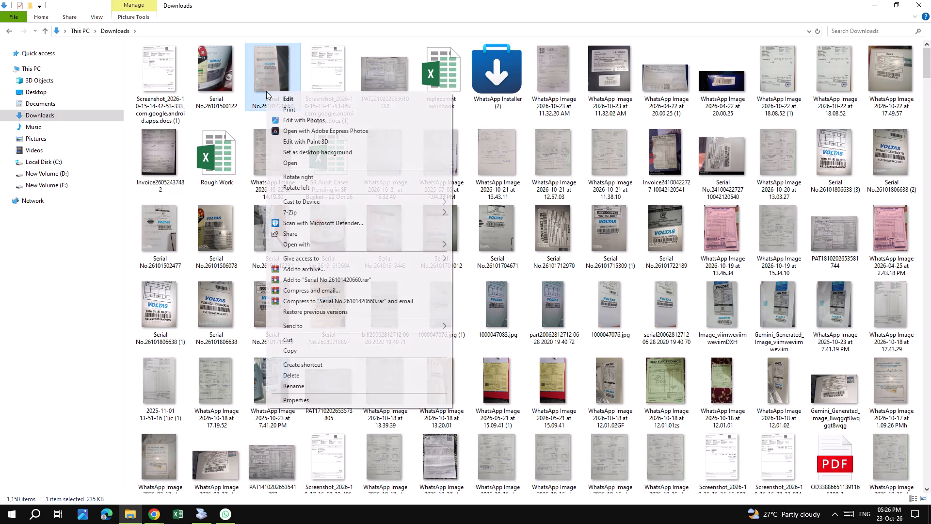
click(307, 383)
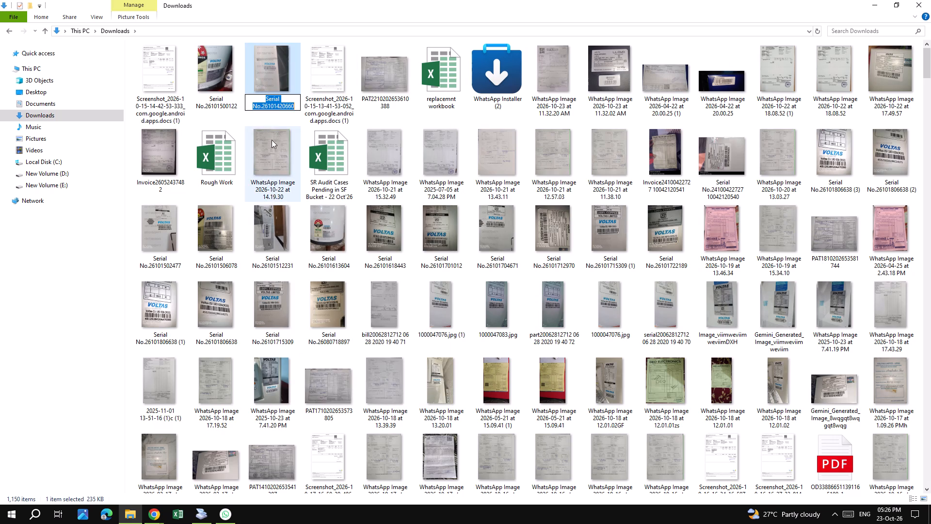
double_click(285, 104)
double_click(285, 104)
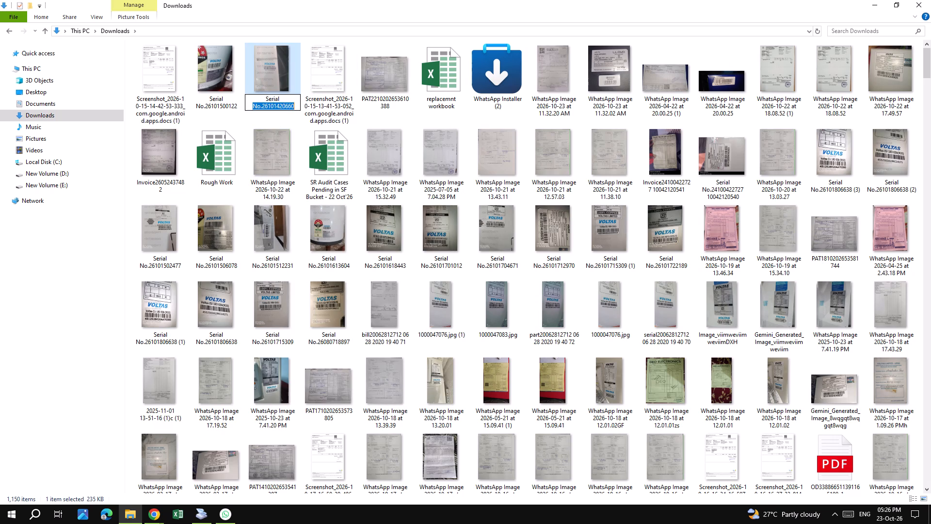
double_click(285, 106)
click(286, 106)
drag(262, 108, 298, 107)
key(ctrl+c)
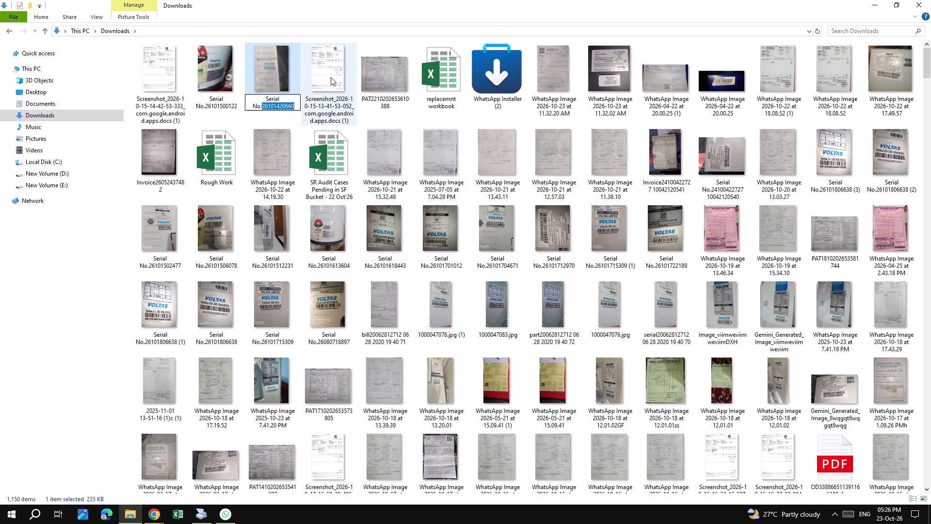
right_click(331, 77)
click(396, 373)
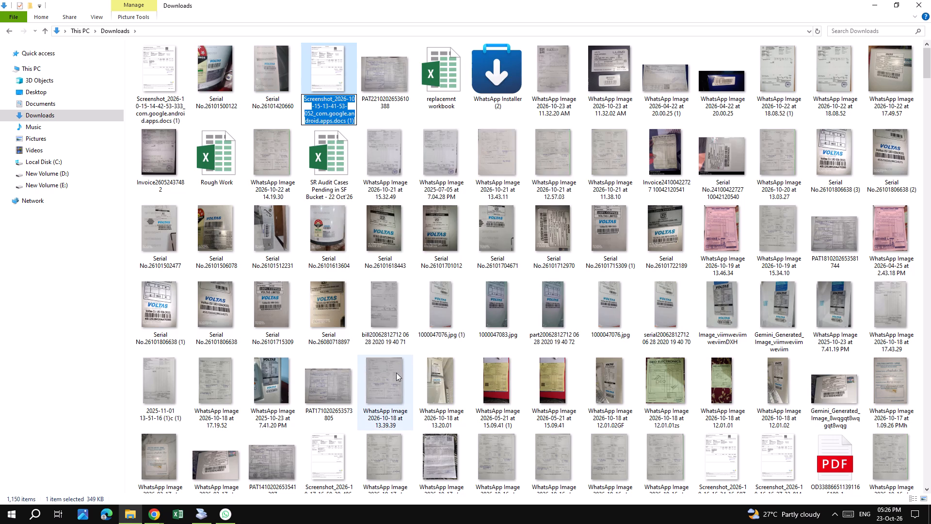
key(i)
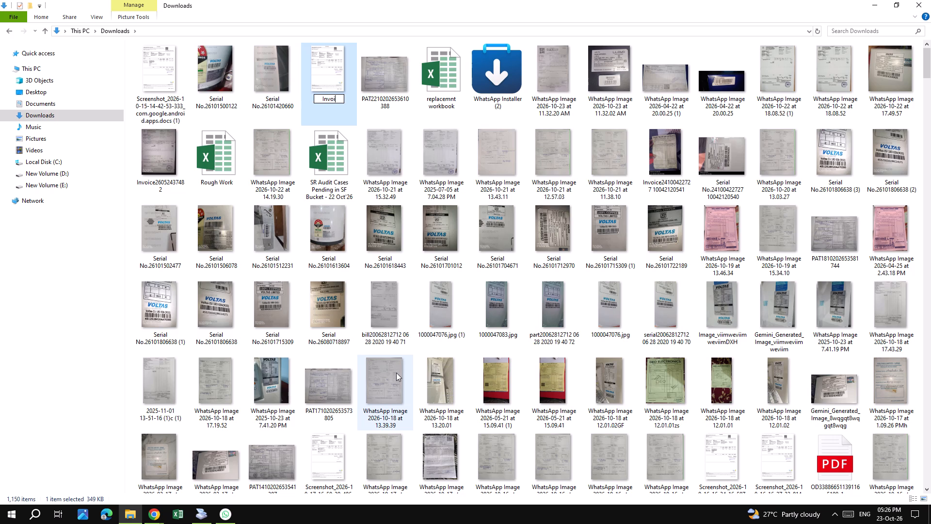
key(space)
key(ctrl+v)
key(Return)
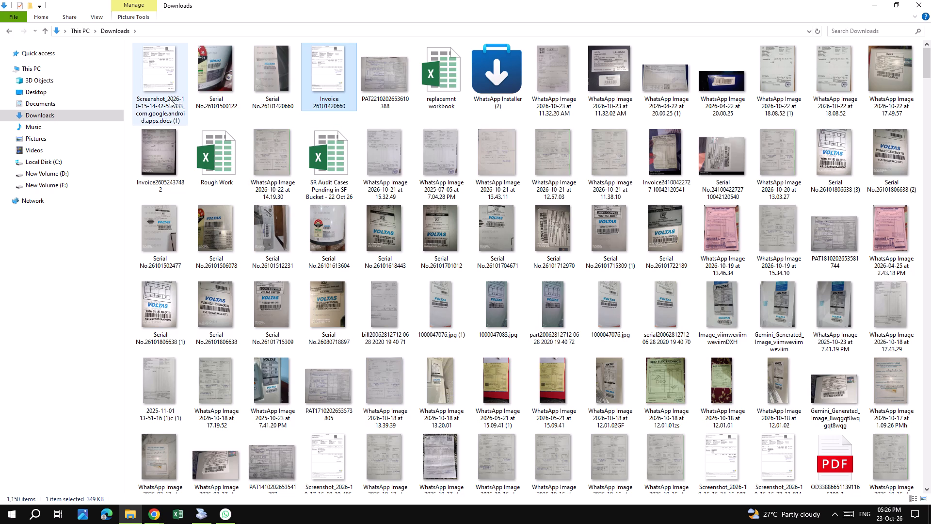
right_click(216, 101)
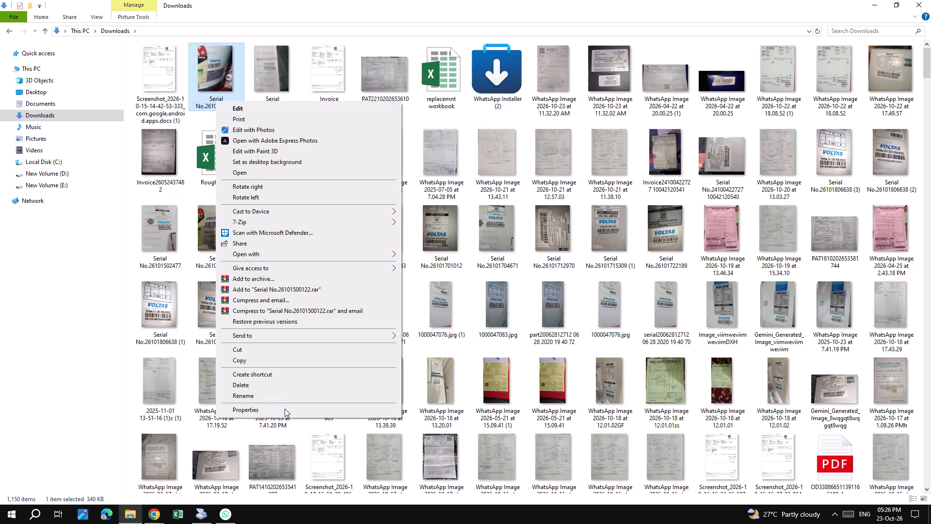
click(279, 396)
click(218, 104)
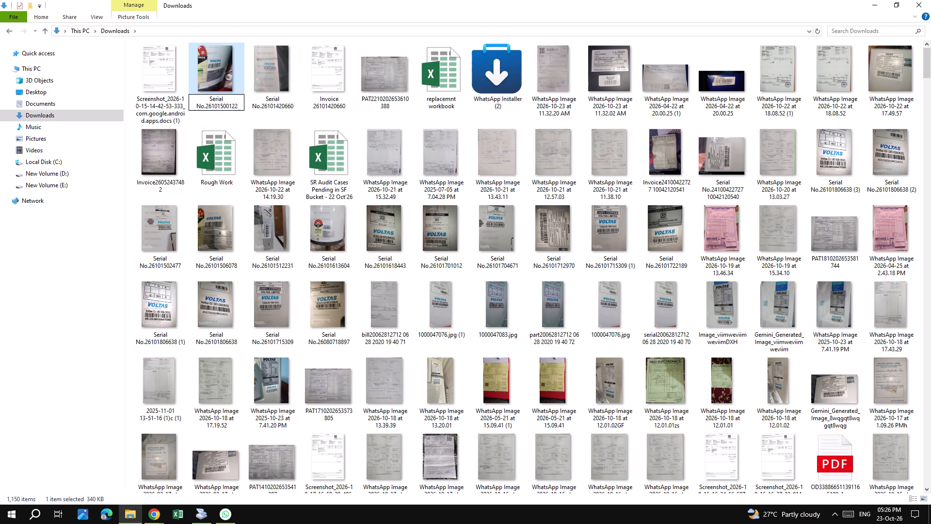
drag(206, 106, 239, 109)
key(ctrl+c)
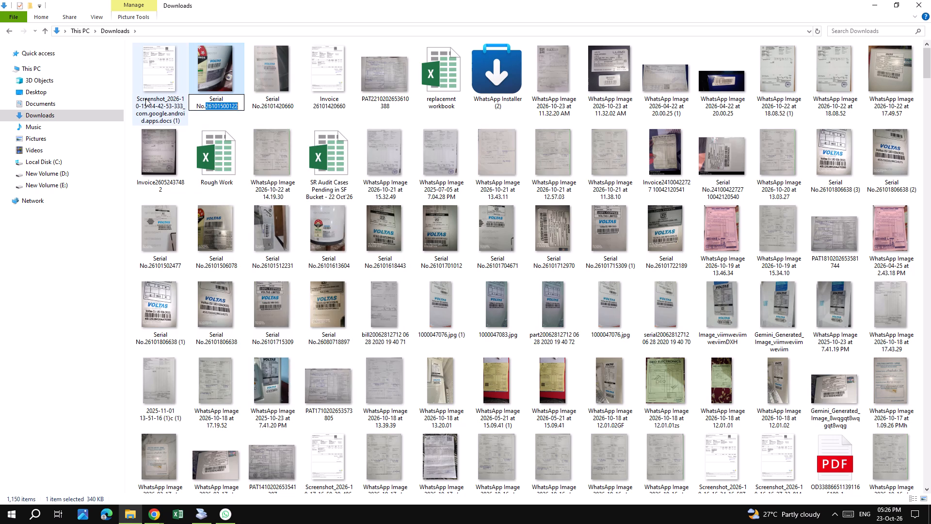
click(150, 97)
right_click(152, 96)
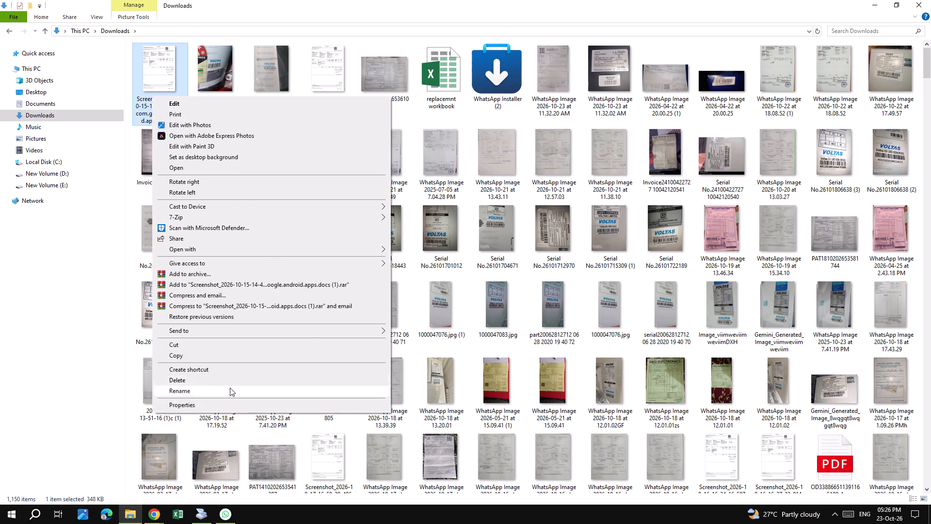
click(229, 388)
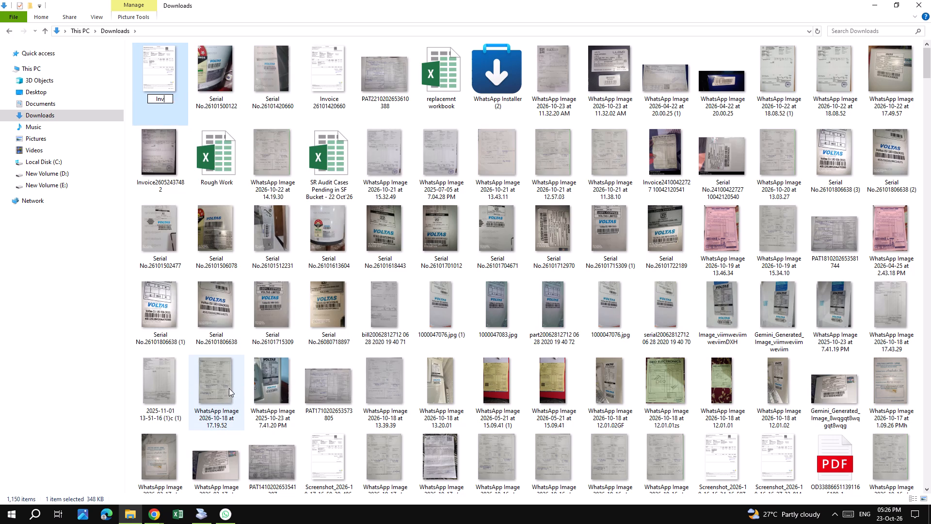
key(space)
key(ctrl+v)
key(Return)
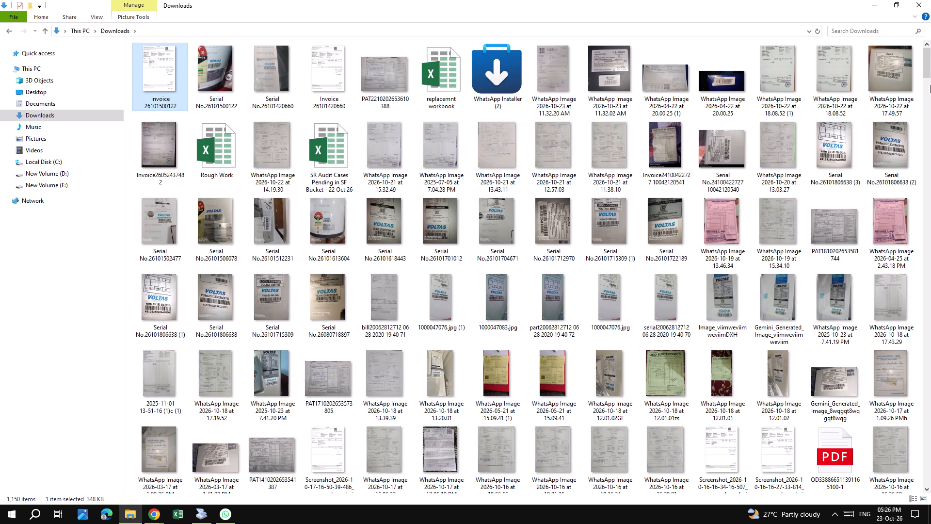
click(874, 0)
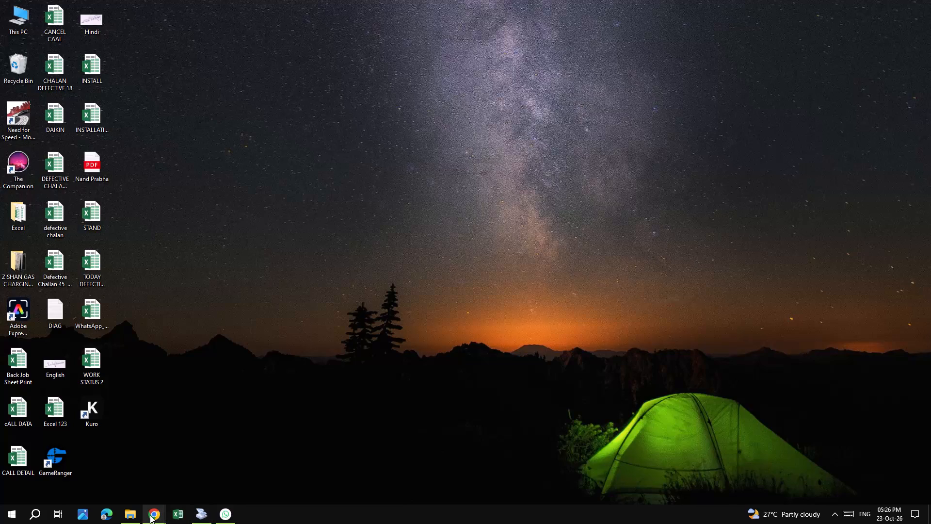
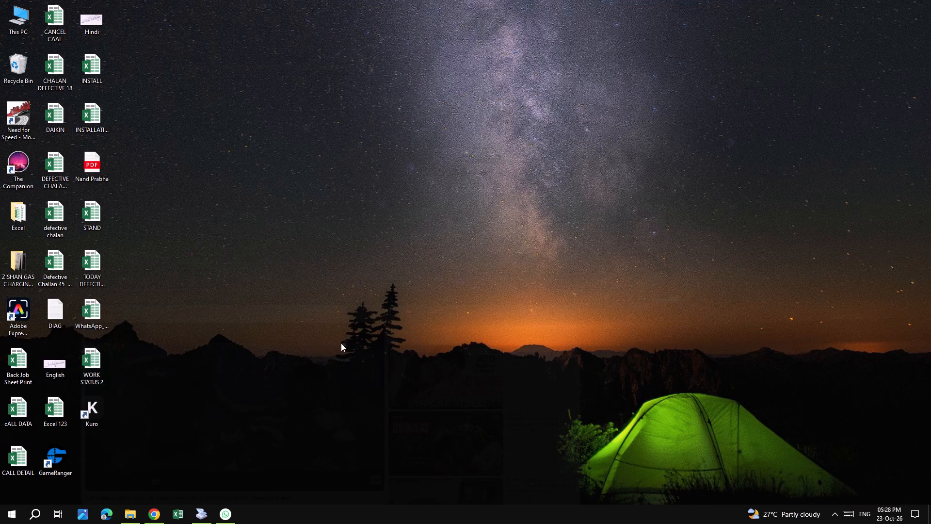
Bring up Google Chrome's jump list of pinned, most visited and recently closed pages from the desktop.
right_drag(151, 513, 145, 518)
right_click(147, 518)
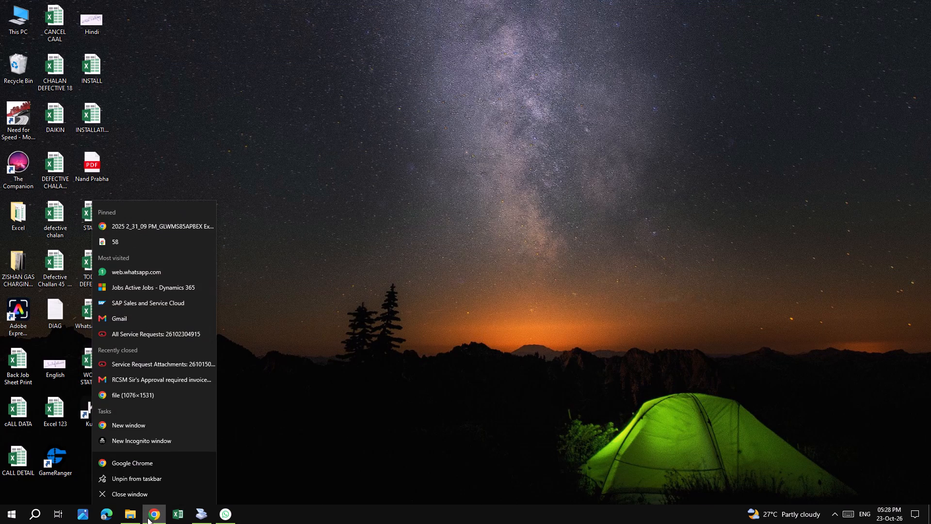
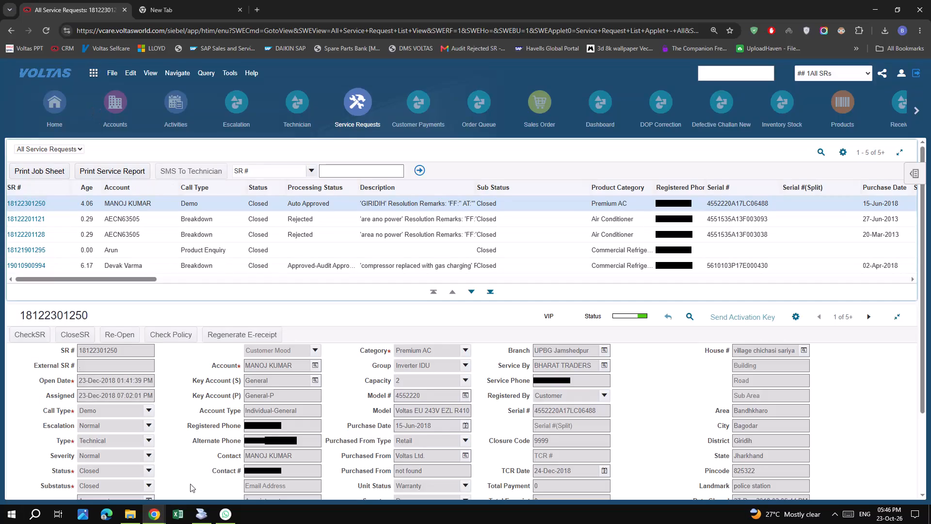
Switch to the incognito browser window playing the YouTube song and close it.
click(163, 522)
click(116, 477)
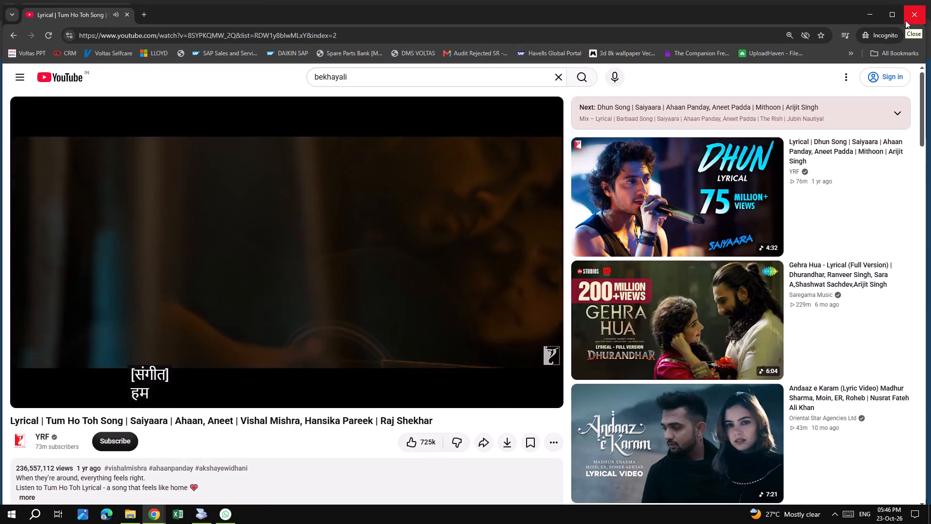
click(905, 20)
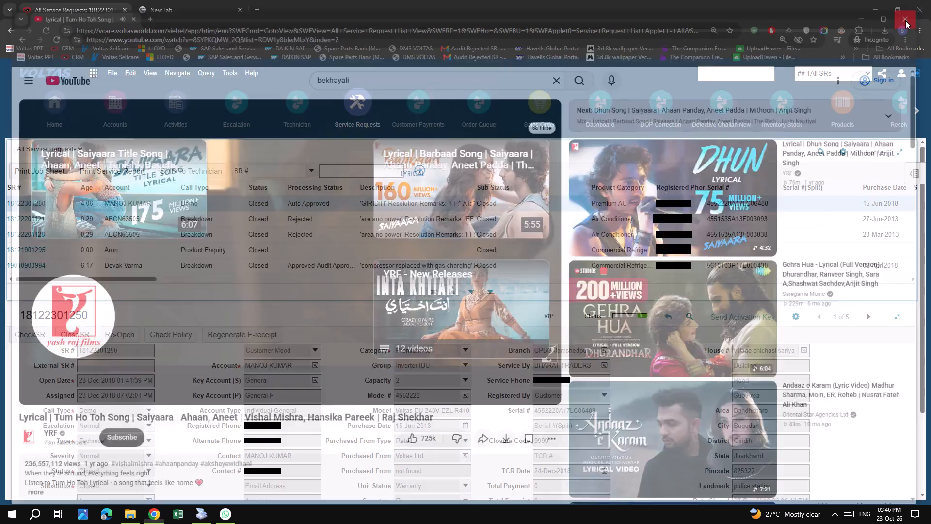
Apply the Open SRs query to the service request list and sort it by SR # in descending order.
click(815, 78)
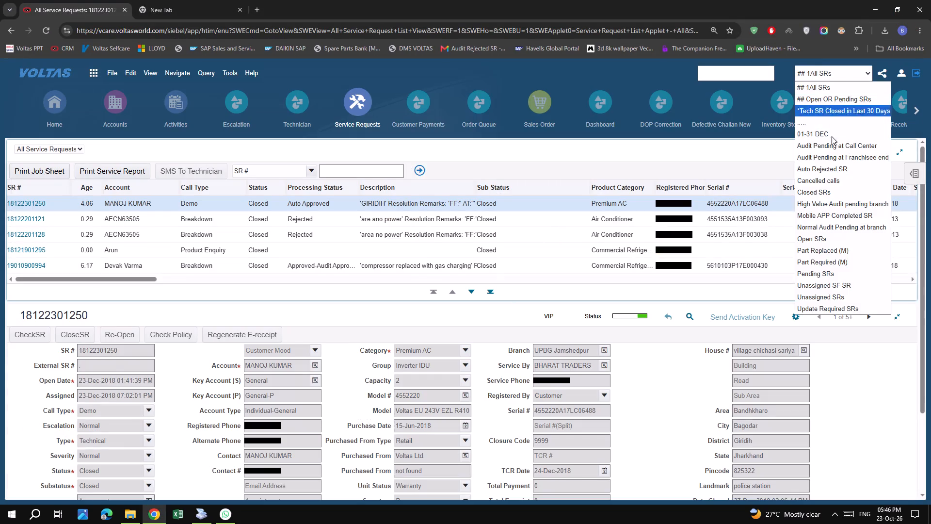
click(846, 239)
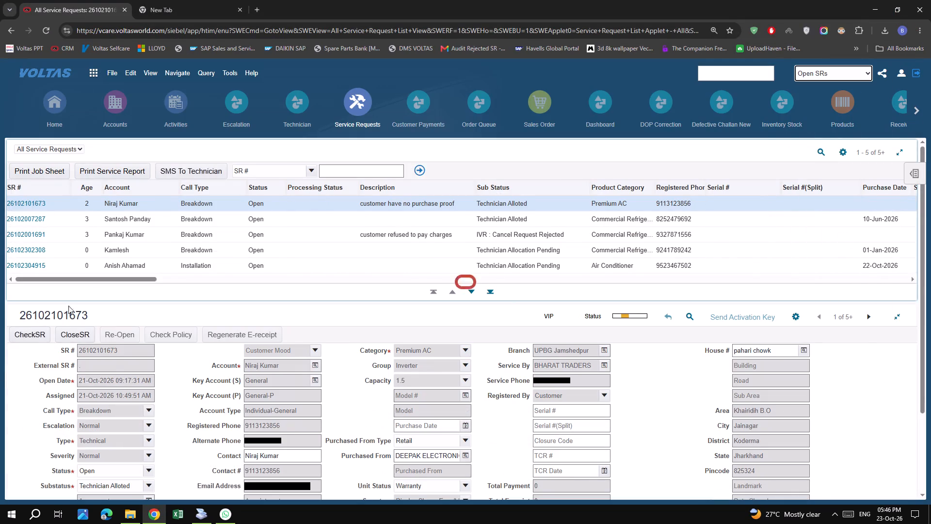
click(28, 184)
click(45, 191)
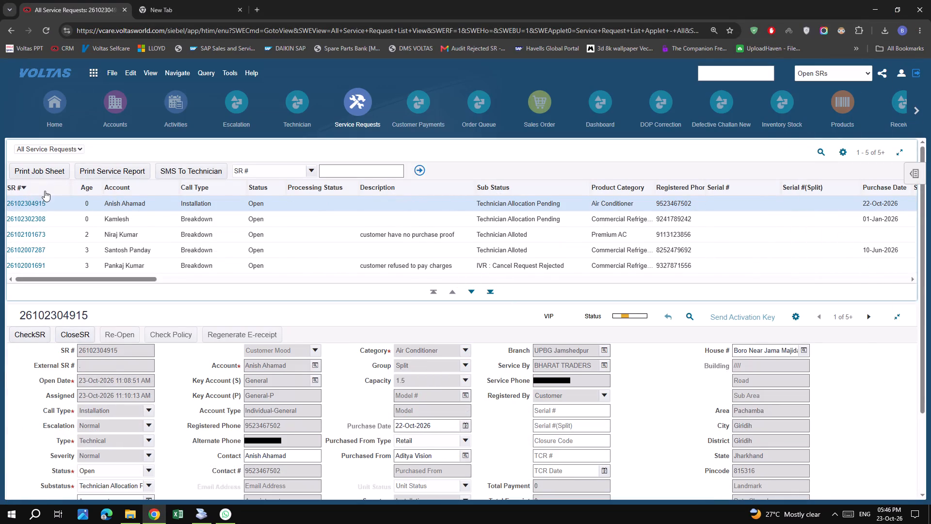
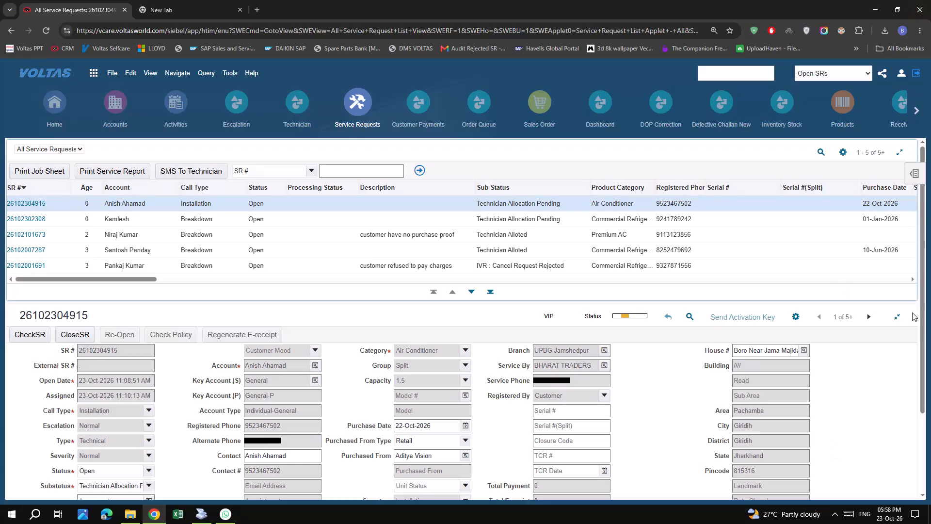
Open the system clock's date and time calendar.
click(885, 515)
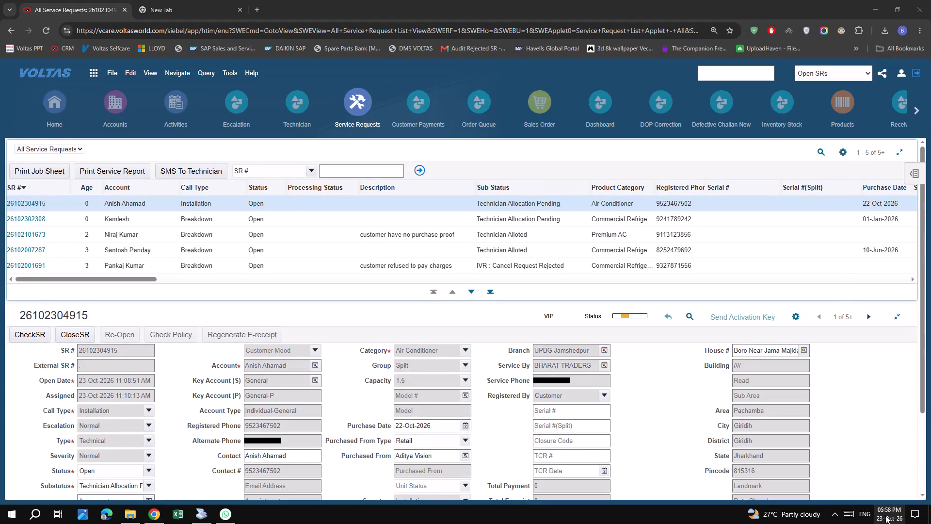
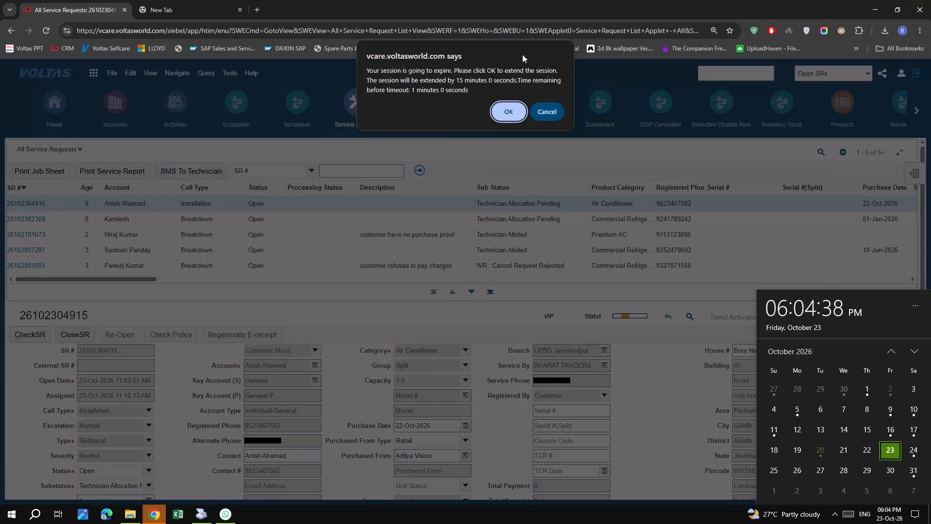
Open a new Incognito window in Chrome and load youtube.com in it.
click(920, 30)
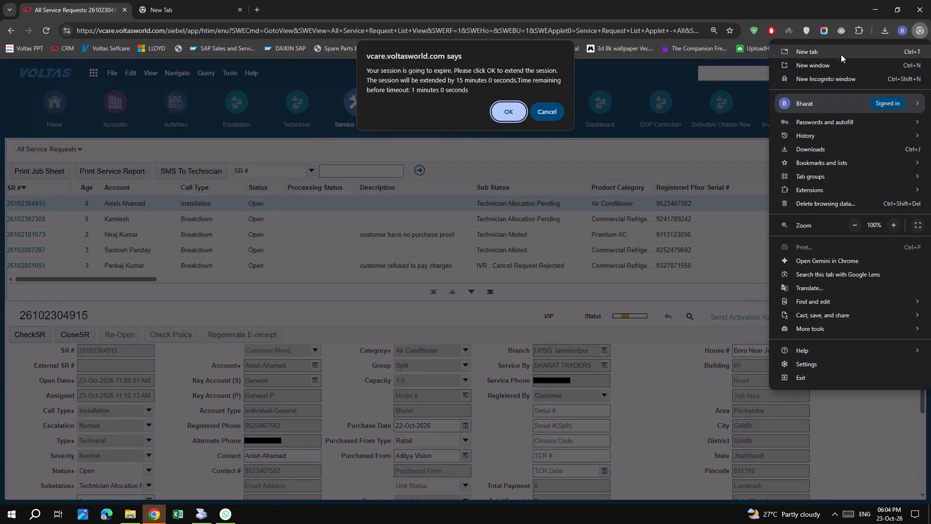
click(848, 82)
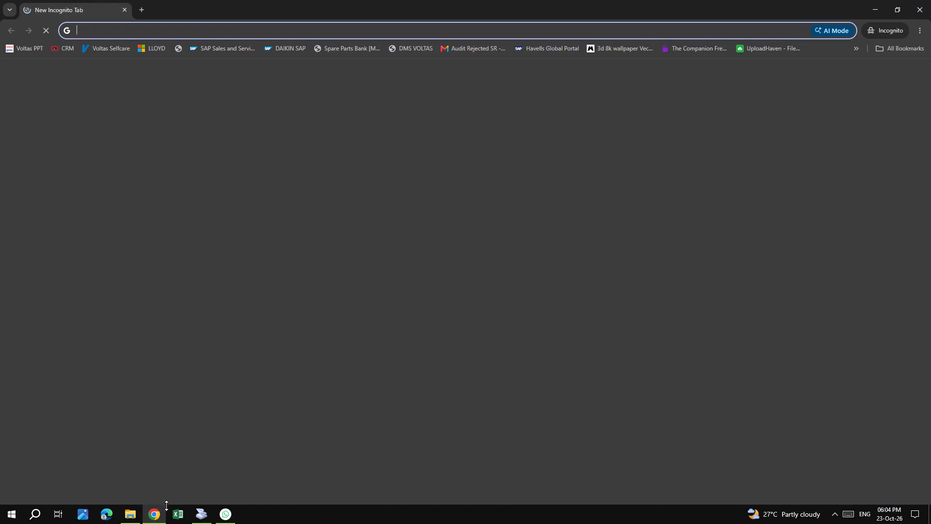
click(147, 515)
click(283, 336)
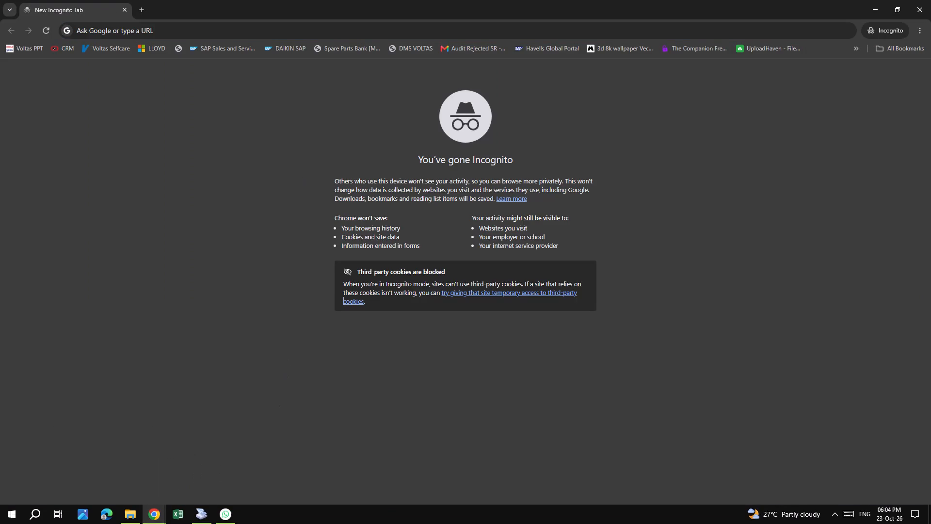
click(230, 25)
text(ypo)
key(BackSpace)
key(BackSpace)
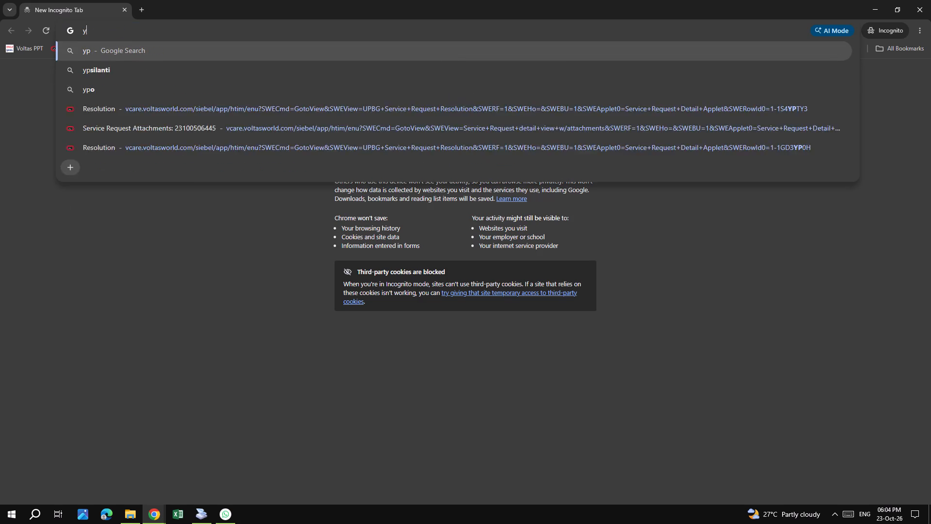
text(ou)
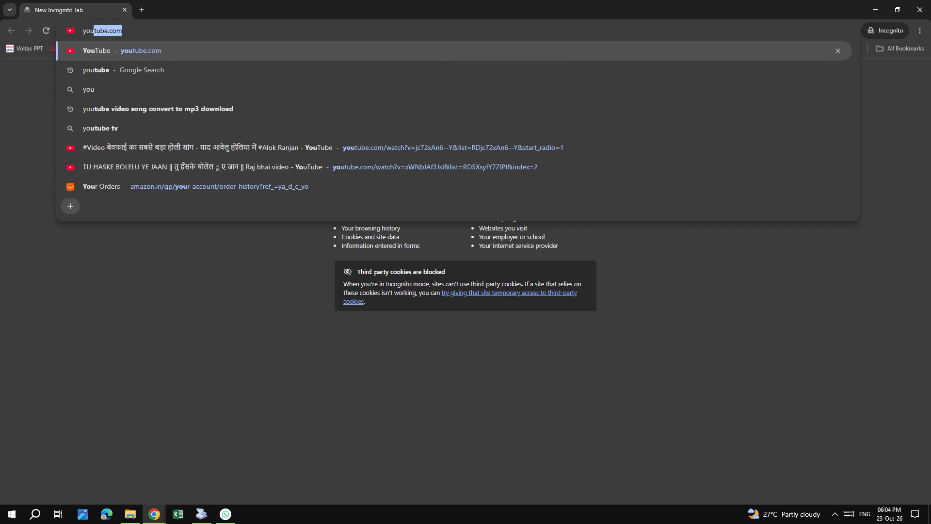
key(Right)
key(Return)
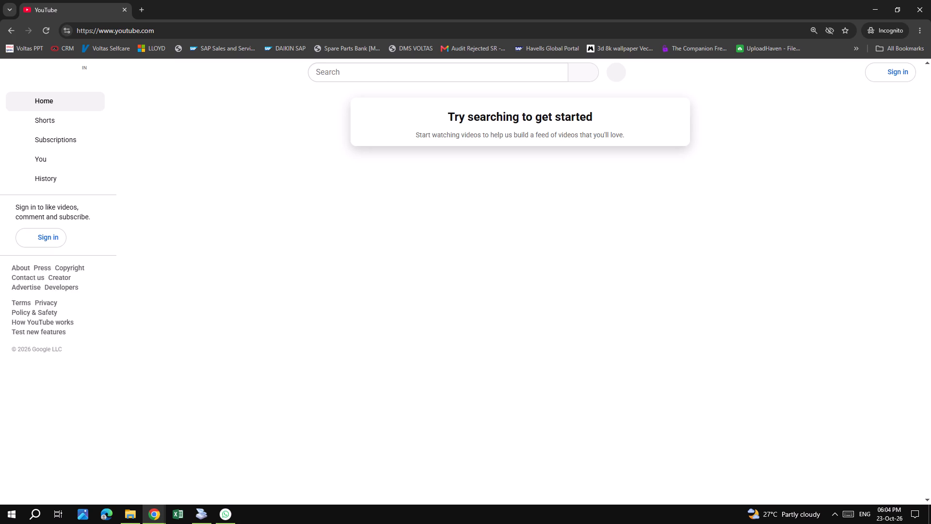
Search YouTube for "akhiyan gulab" and play the Akhiyaan Gulaab song video featuring Shahid Kapoor and Kriti Sanon.
click(379, 71)
text(akhi)
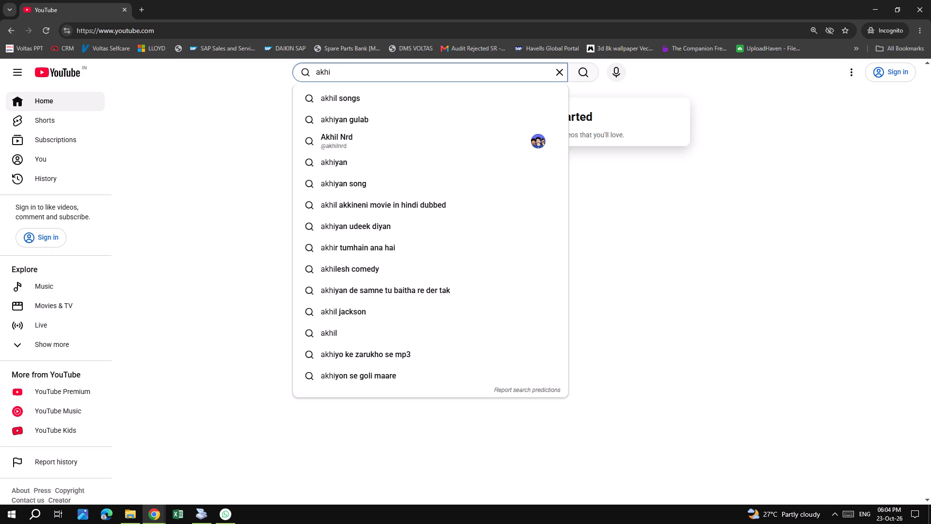
key(Down)
key(Down)
key(Return)
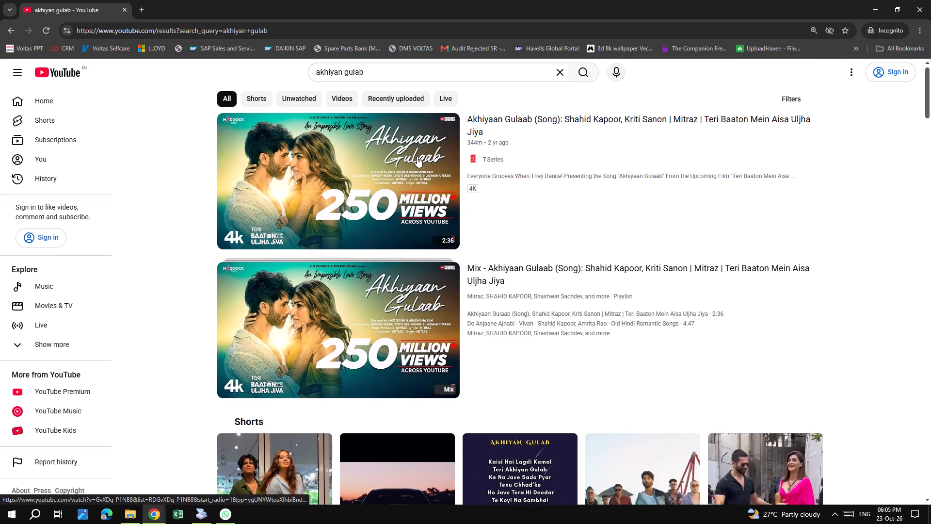
click(415, 158)
Return to the CRM's All Service Requests window and accept the 15-minute session extension.
click(870, 11)
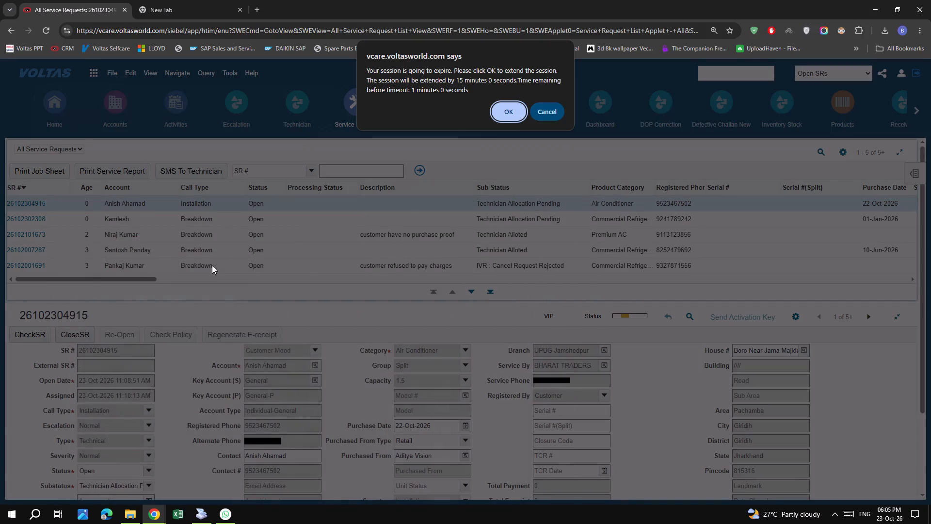
click(516, 106)
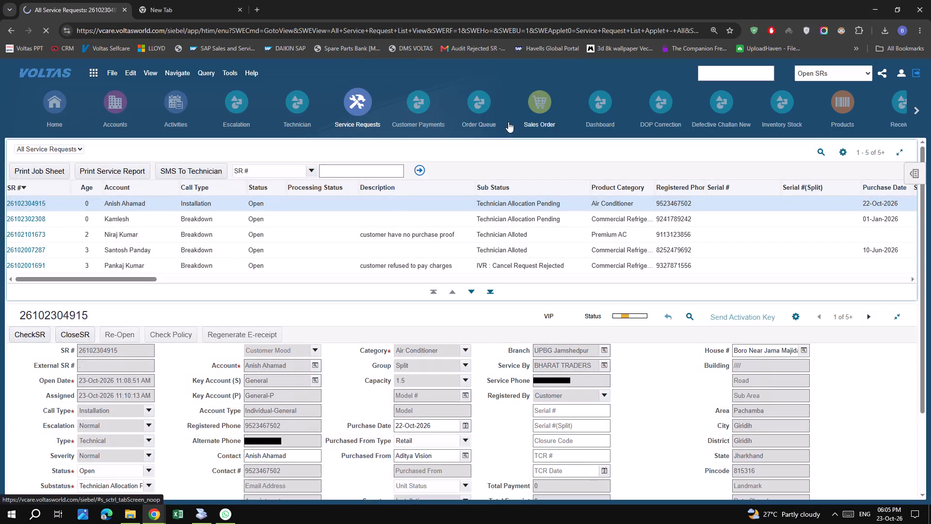